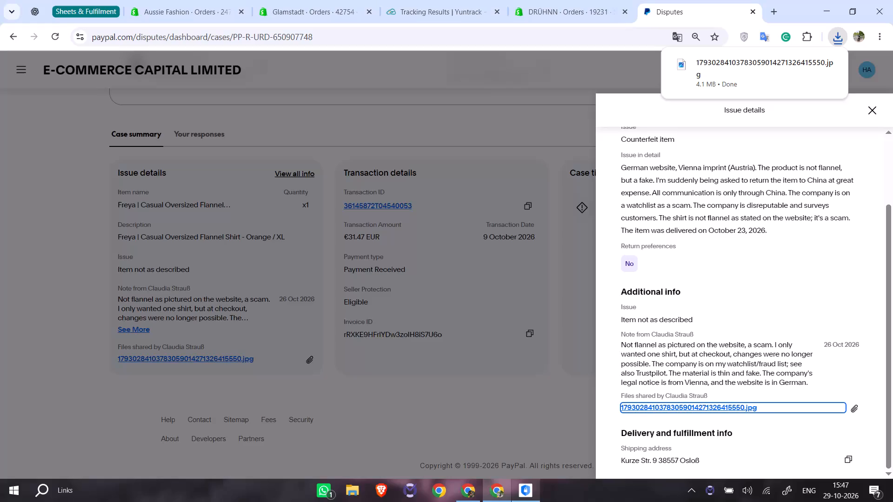
View the downloaded JPG evidence photo shared by the buyer in its own browser tab, and return to the dispute case.
left_click_drag(713, 77, 801, 0)
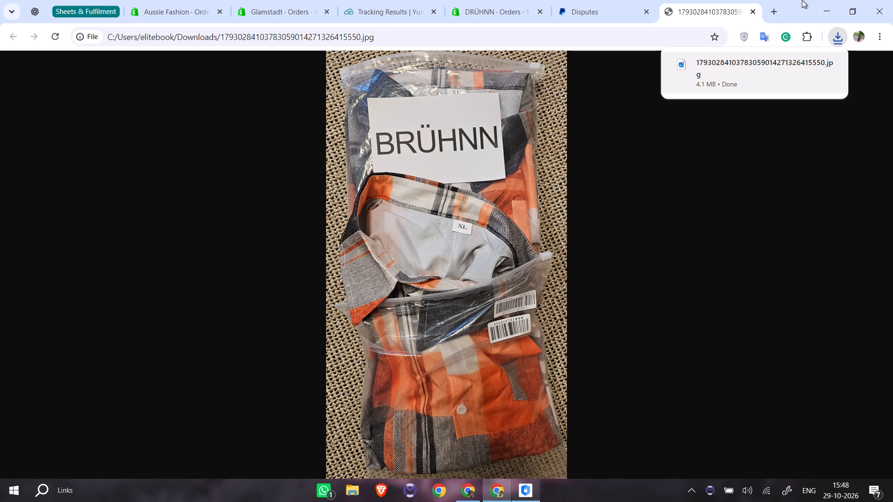
key("ctrl+w")
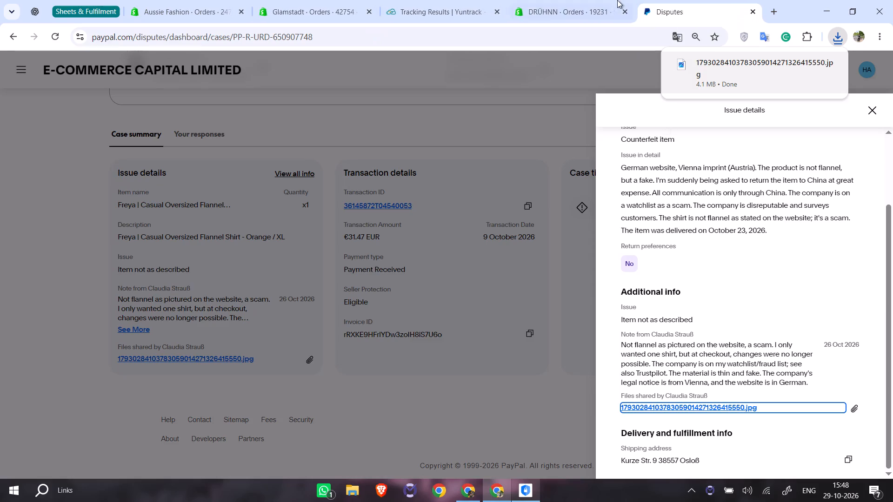
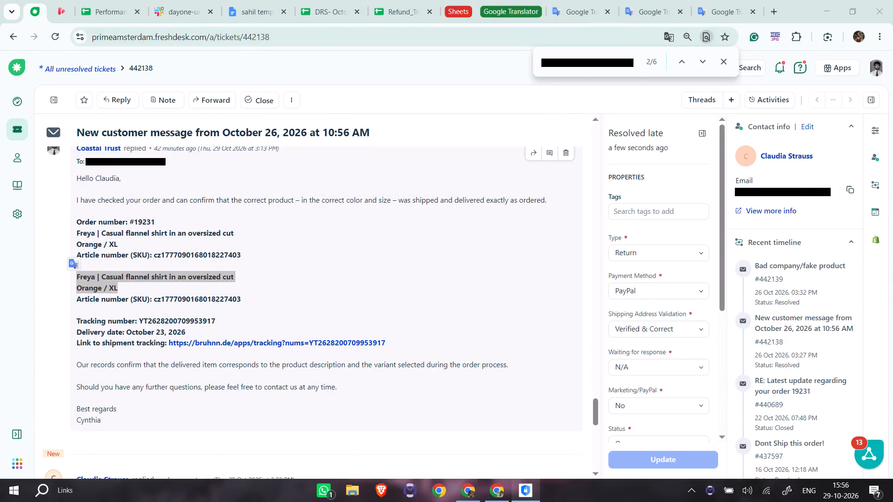
Read the customer's latest reply on the ticket and switch the page from the English translation back to the original German.
scroll(226, 265, "down", 12)
scroll(260, 282, "up", 5)
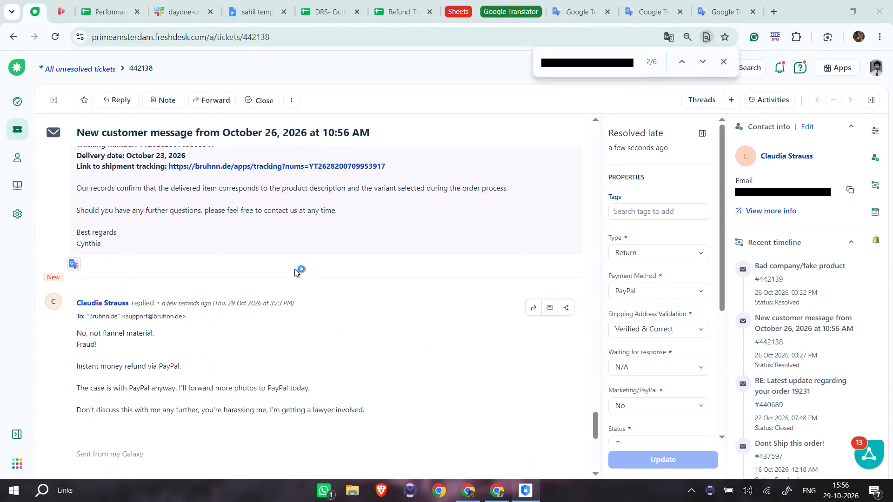
right_click(299, 295)
left_click(377, 241)
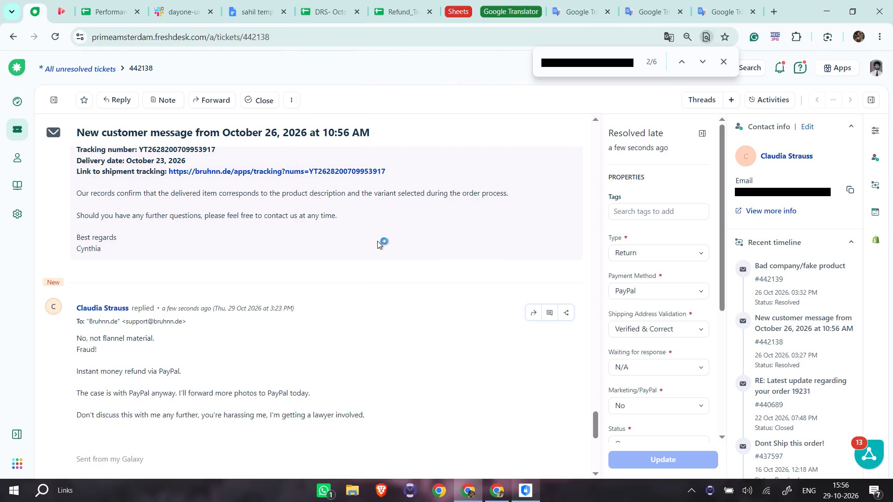
left_click(603, 56)
left_click_drag(518, 201, 513, 204)
scroll(375, 326, "down", 3)
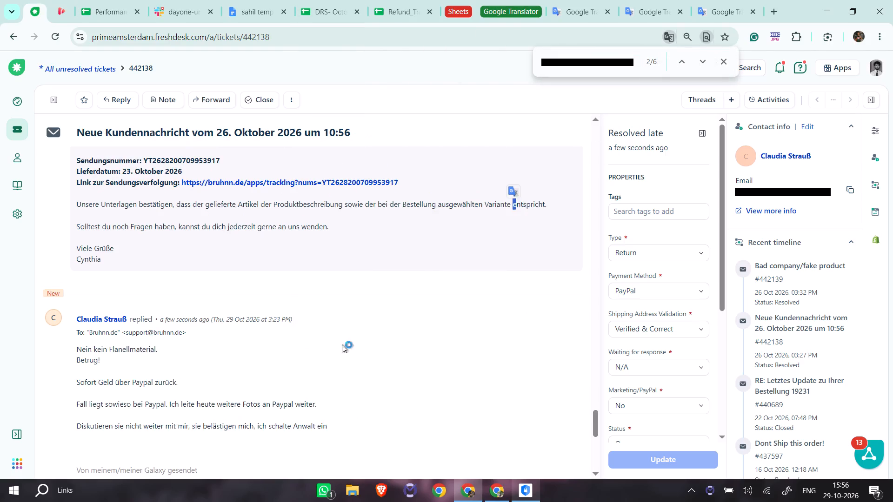
Draft a private note on the ticket reading "NNR i have already fight the case and it is underreview".
scroll(342, 344, "down", 9)
left_click(118, 424)
left_click(115, 425)
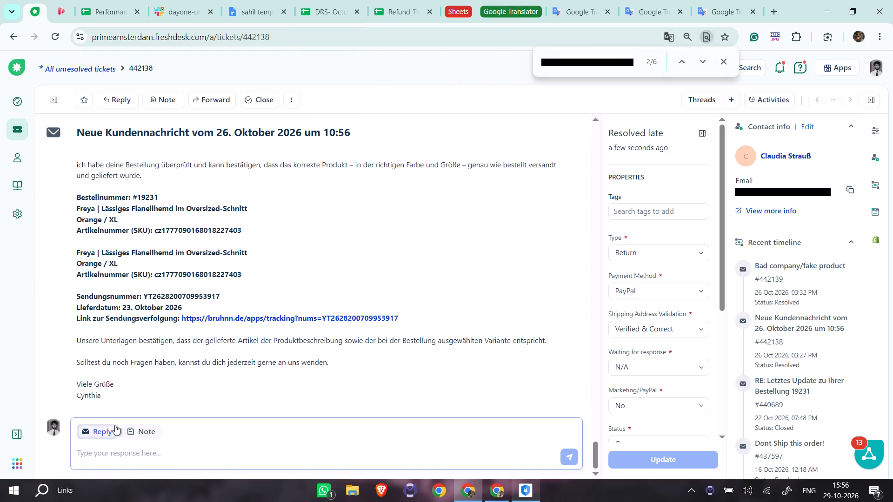
left_click(142, 162)
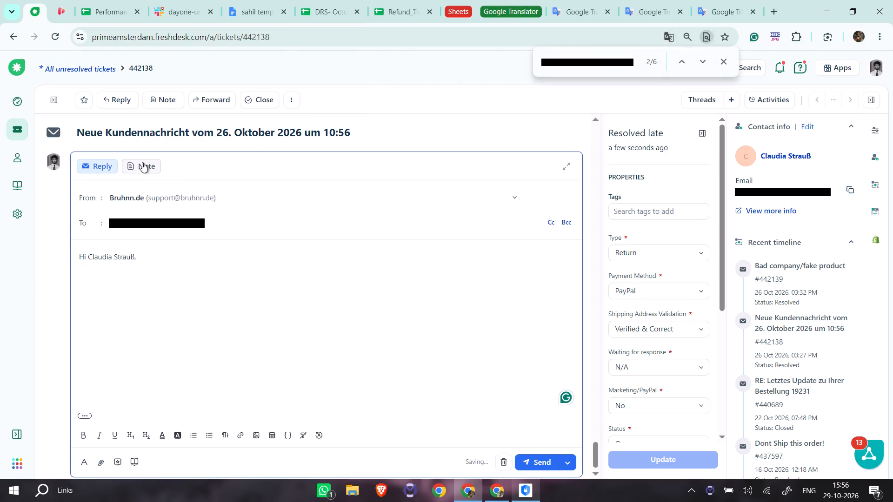
type("NNR")
key("space")
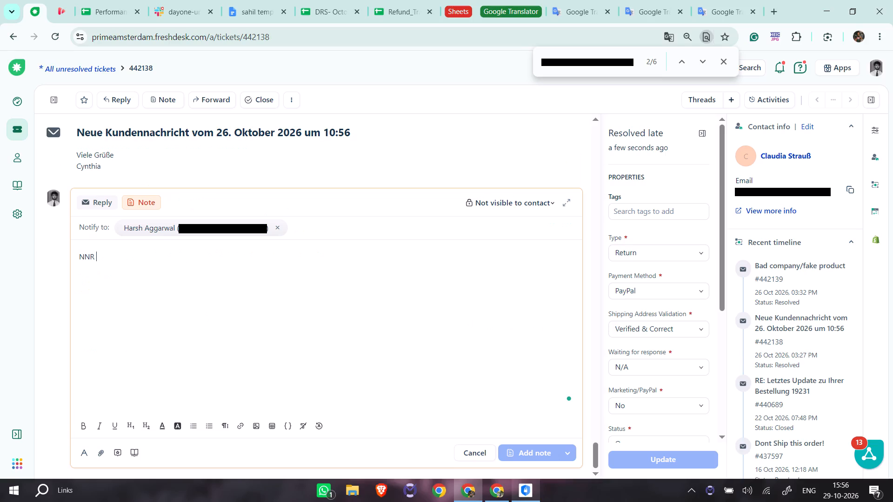
type("i a")
key("BackSpace")
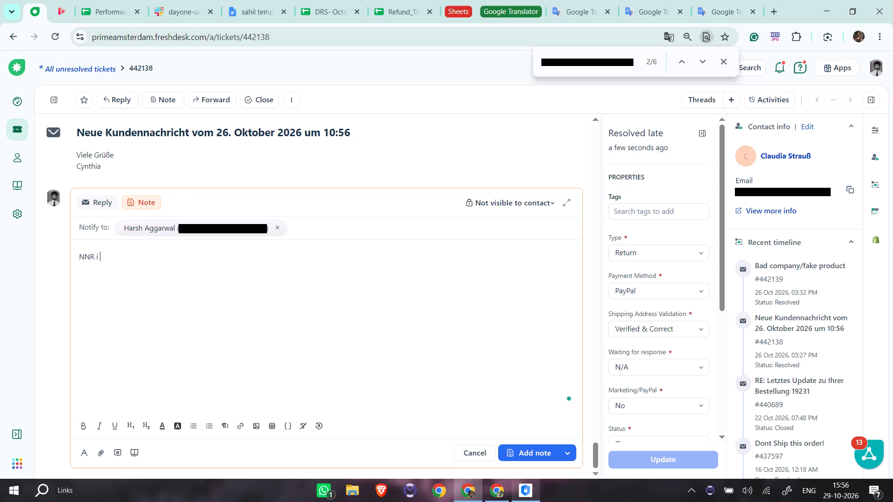
type("have already fight the c")
type("ase nd it")
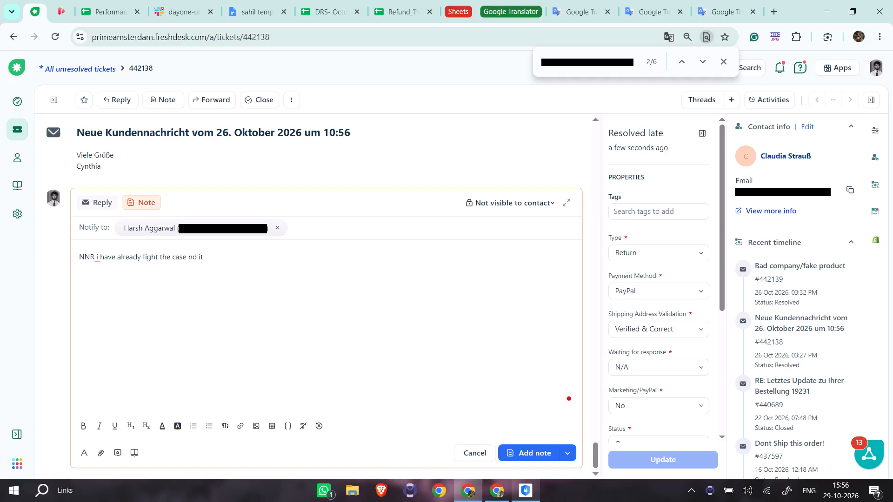
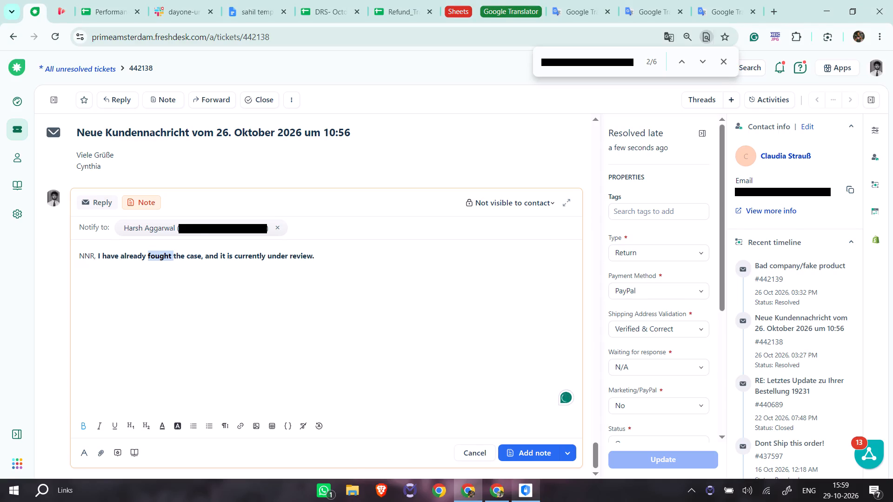
type("fight")
key("space")
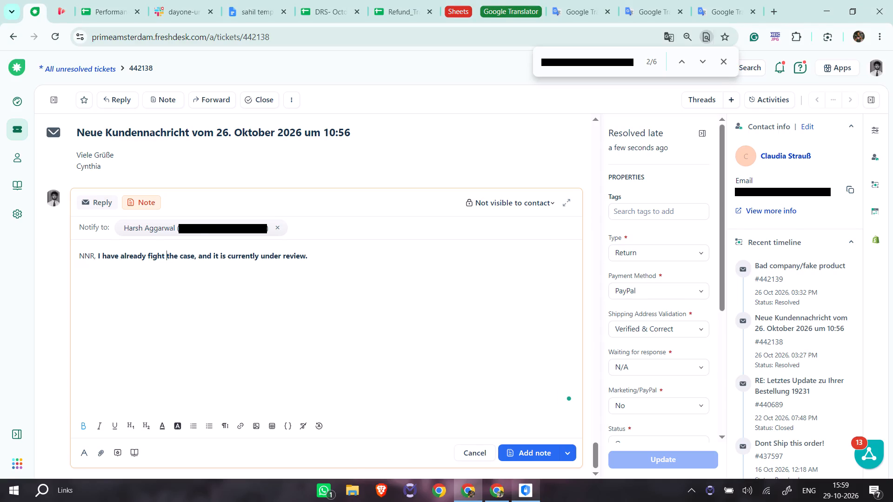
key("ctrl+Return")
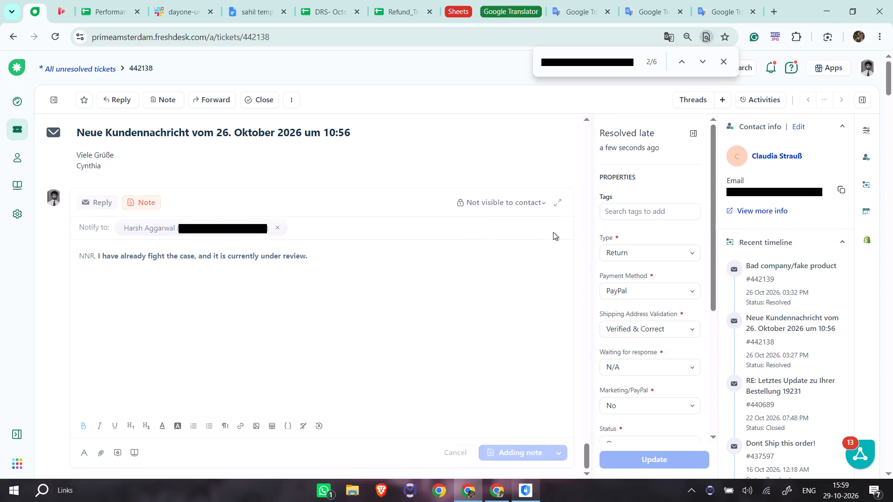
Update the ticket properties with status Resolved and the private note's author as the assigned agent.
scroll(619, 291, "down", 6)
left_click(651, 212)
left_click(647, 228)
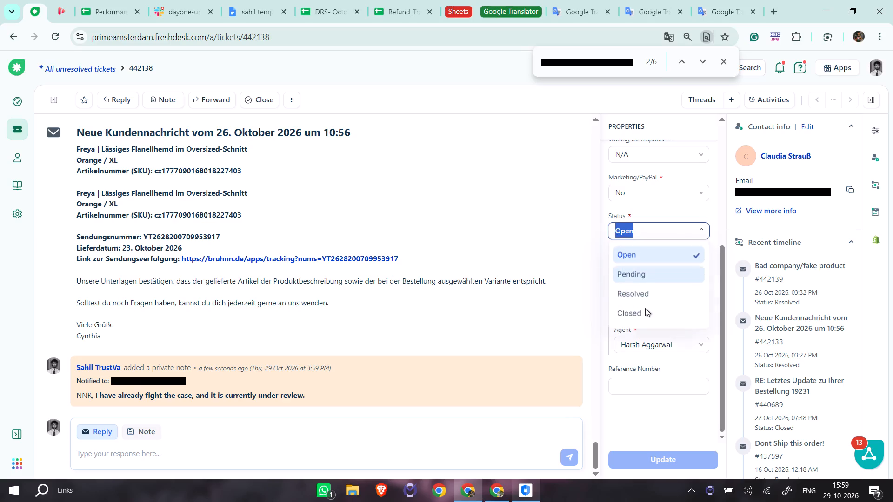
left_click(644, 311)
left_click(659, 228)
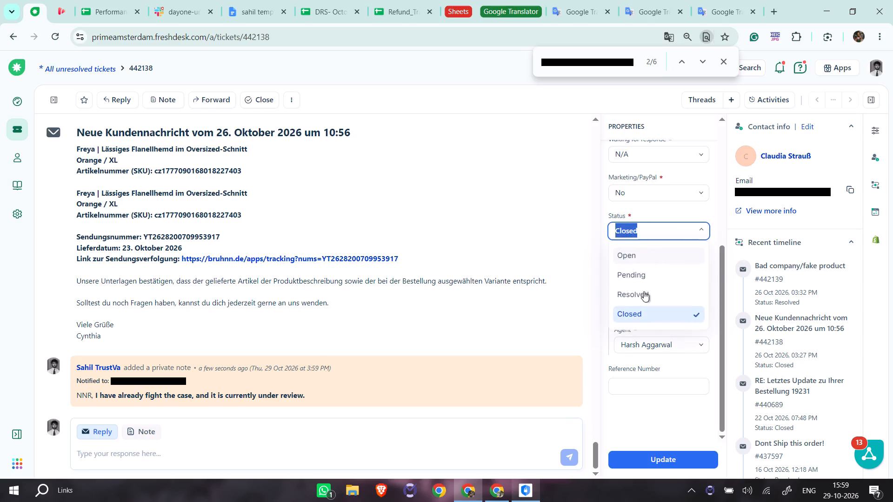
left_click(644, 295)
key("Tab")
key("Tab")
key("Tab")
key("s")
key("Tab")
key("Tab")
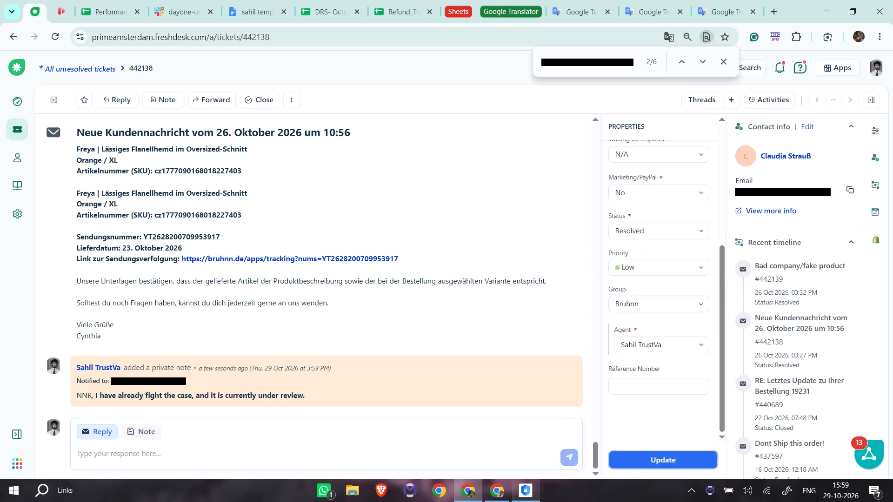
key("Return")
Go back to the tickets list.
left_click(21, 130)
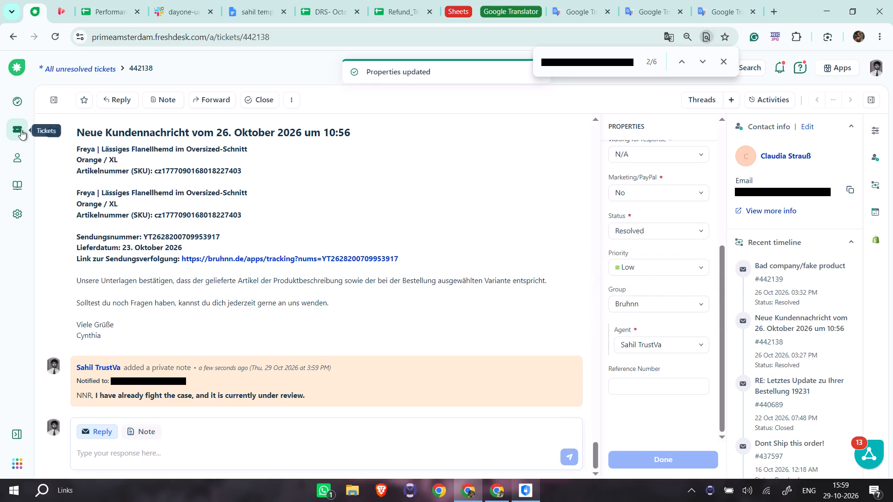
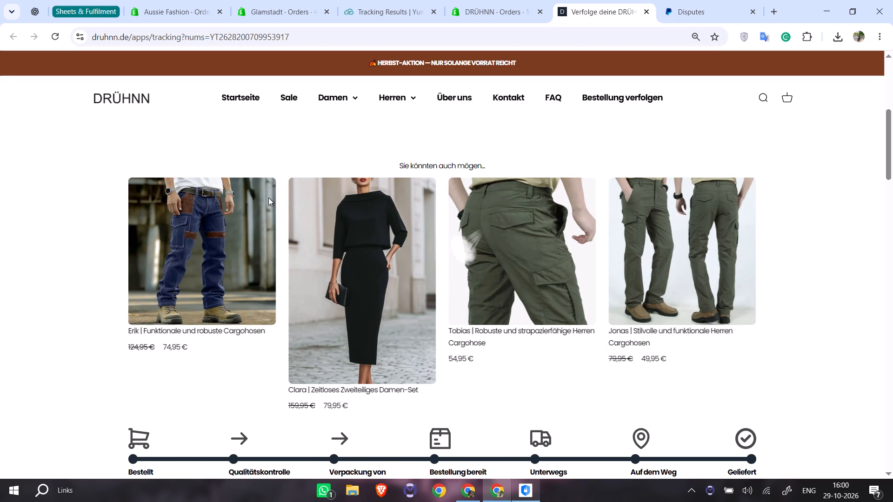
Review the parcel's shipment history on the DRÜHNN tracking page and open the Freya flannel shirt's product page.
scroll(268, 198, "down", 8)
scroll(314, 242, "up", 1)
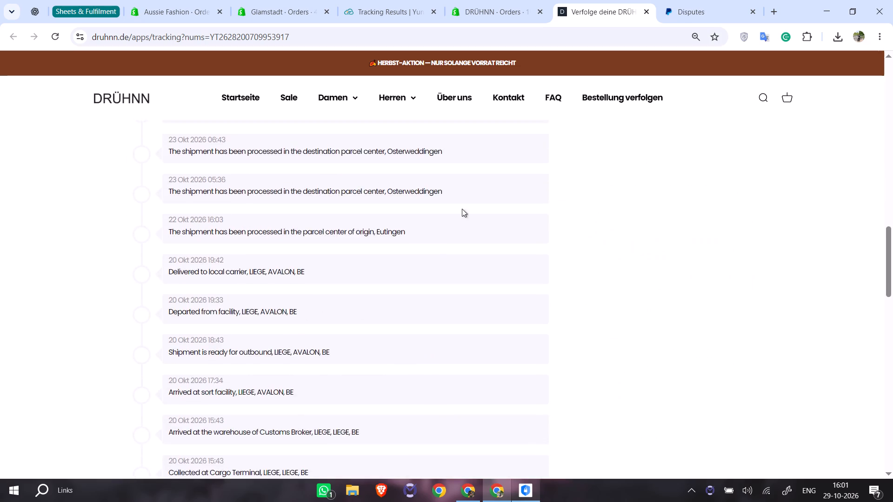
scroll(462, 209, "up", 2)
left_click(626, 219)
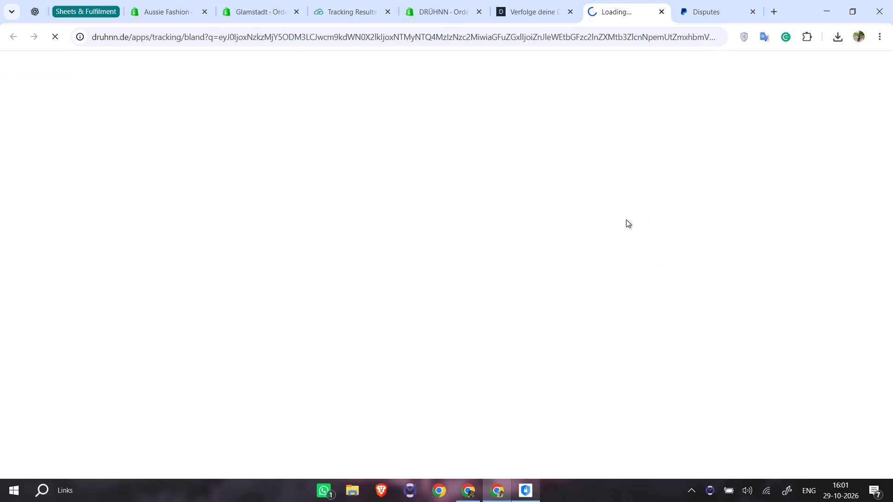
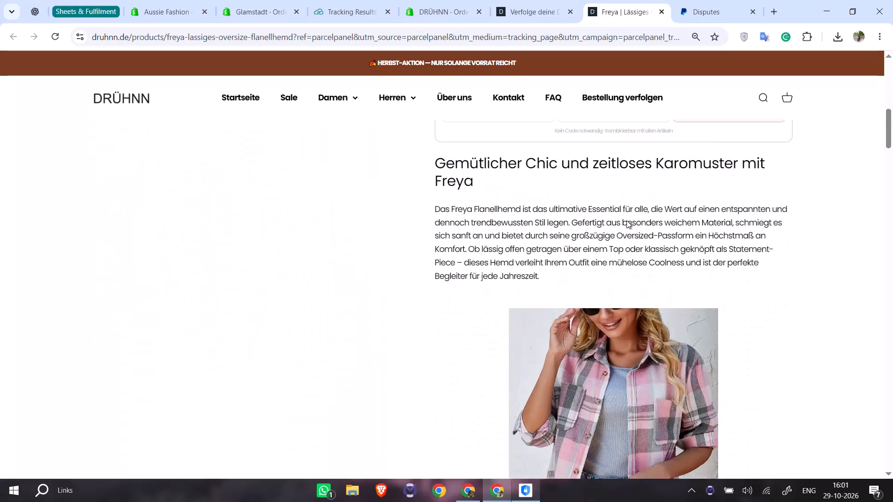
Translate the Freya flannel shirt's product page from German to English.
right_click(432, 210)
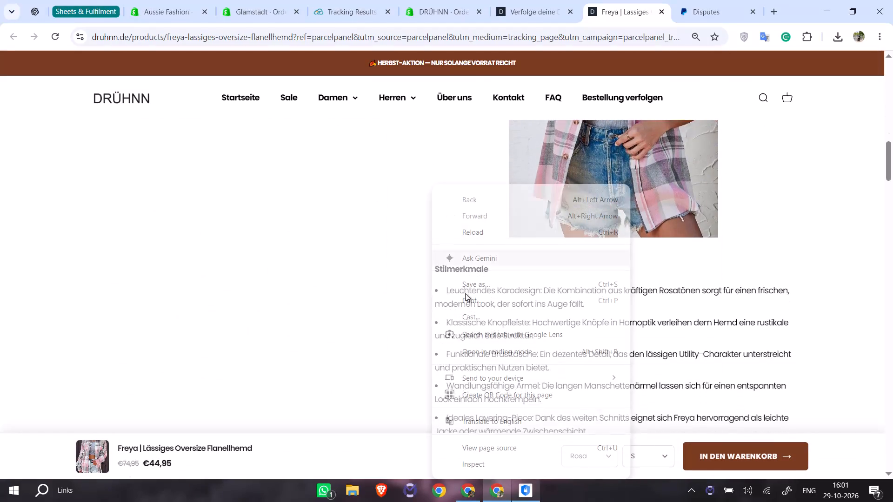
left_click(514, 422)
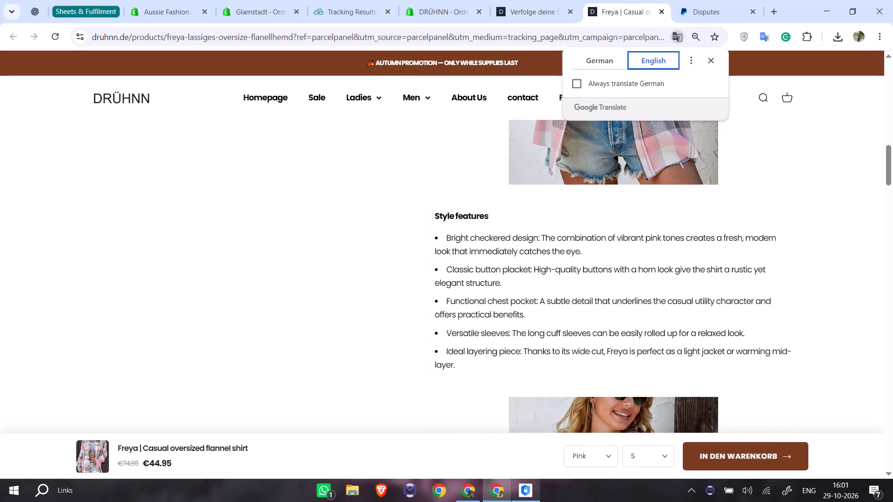
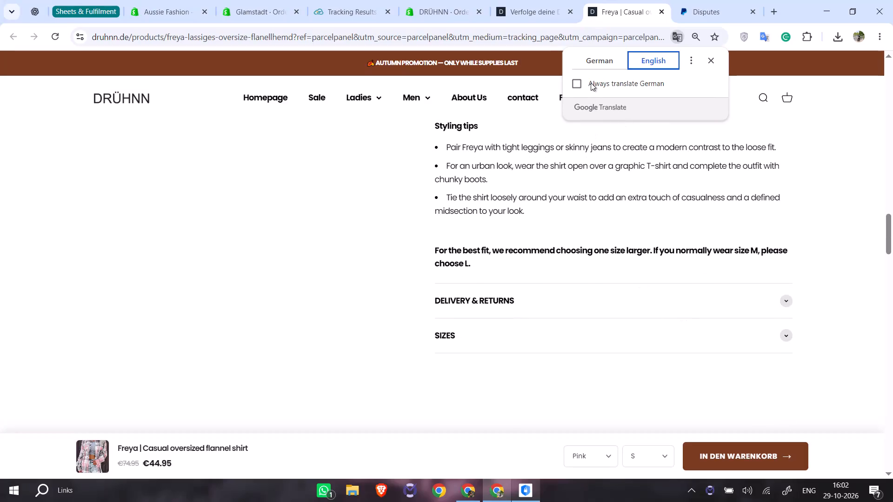
Switch the Freya flannel shirt's product page back to its original German text.
left_click(596, 65)
left_click(431, 0)
key("alt+Tab")
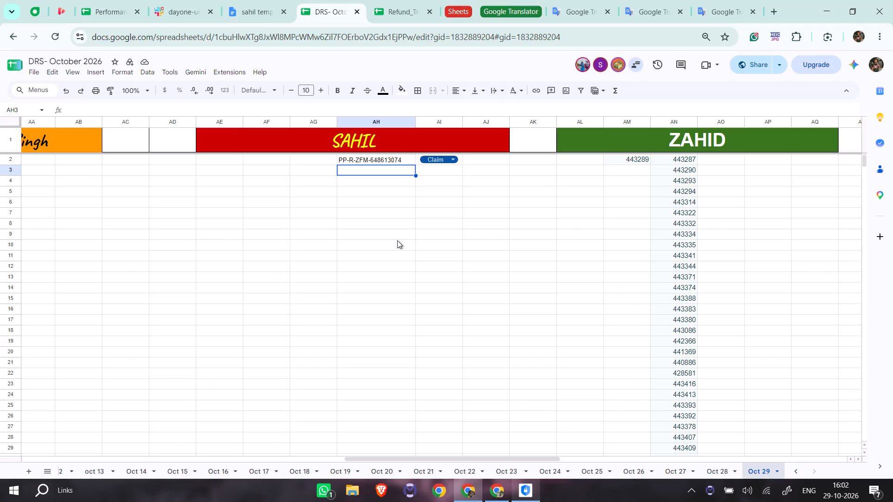
key("ctrl+1")
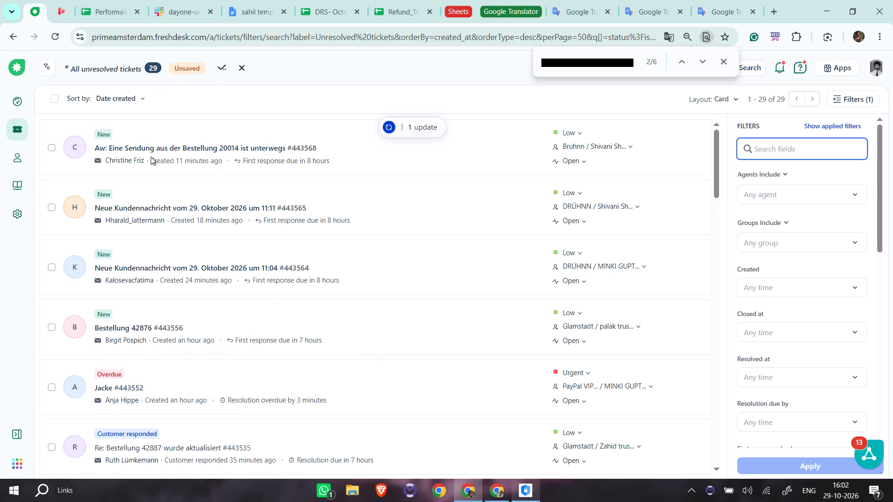
left_click(174, 213)
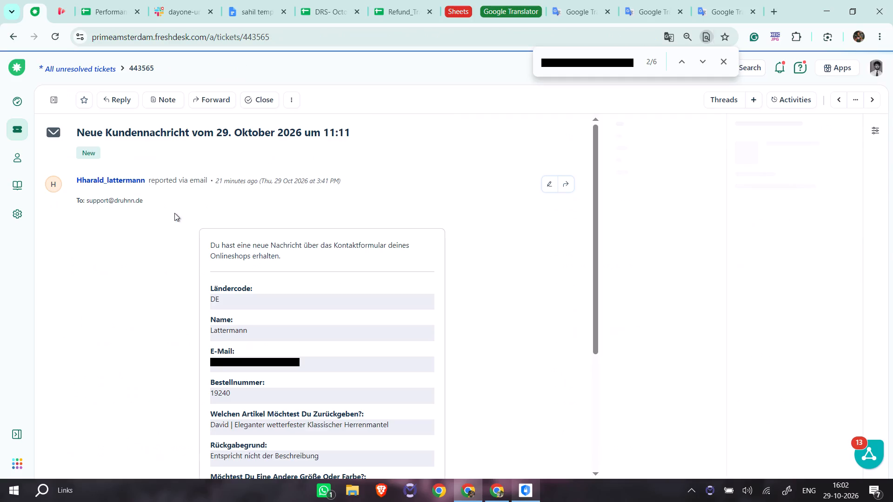